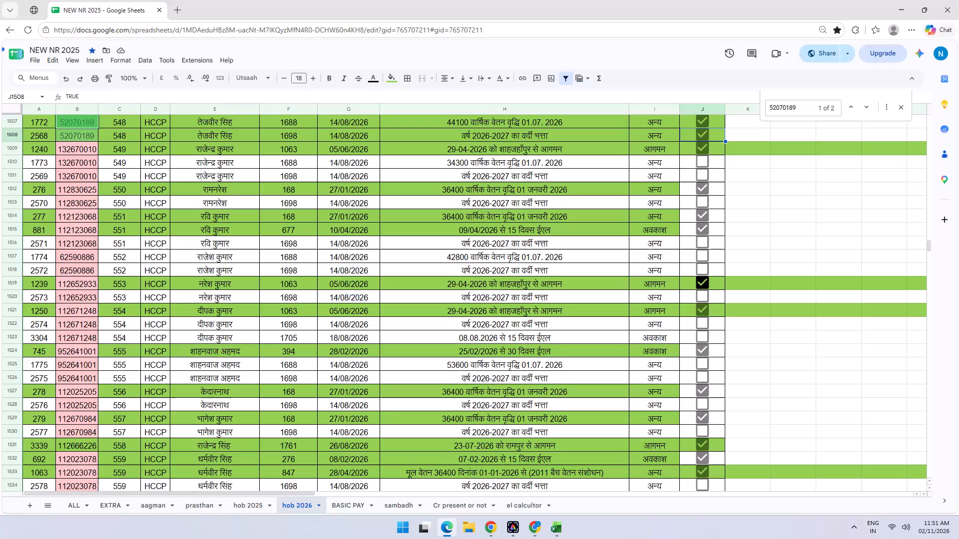
Search the hob 2026 sheet for the next employee's ID number and tick the column J checkboxes in matching rows 2275 and 2276.
key("ctrl+f")
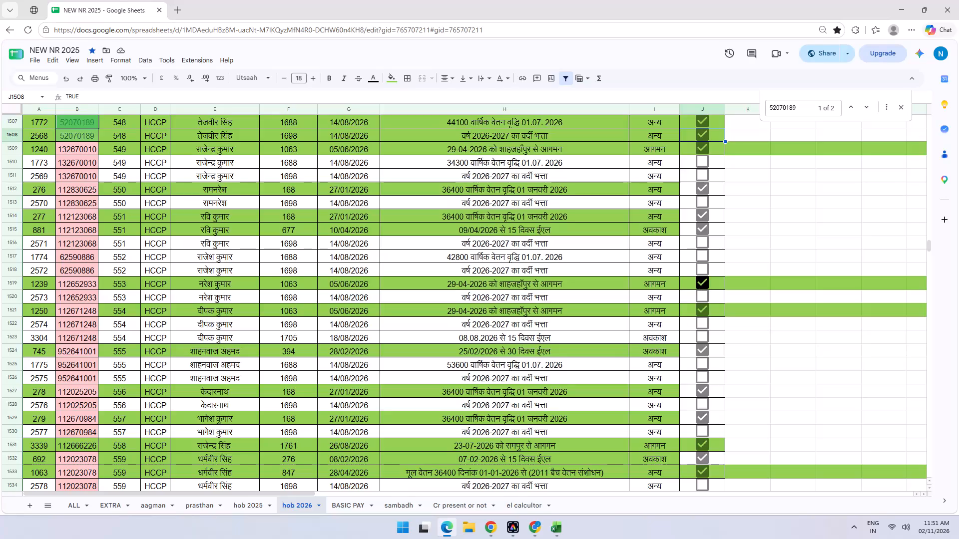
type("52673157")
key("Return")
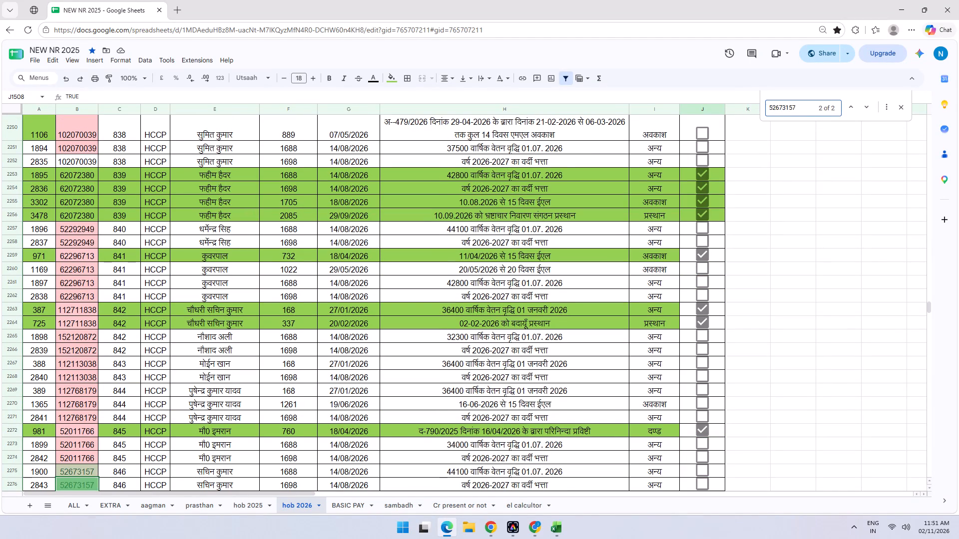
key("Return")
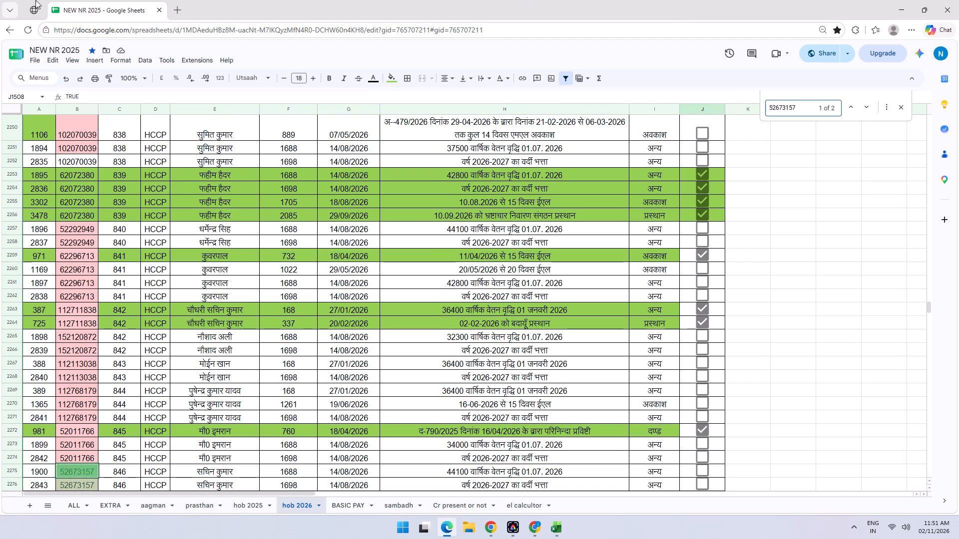
left_click(695, 470)
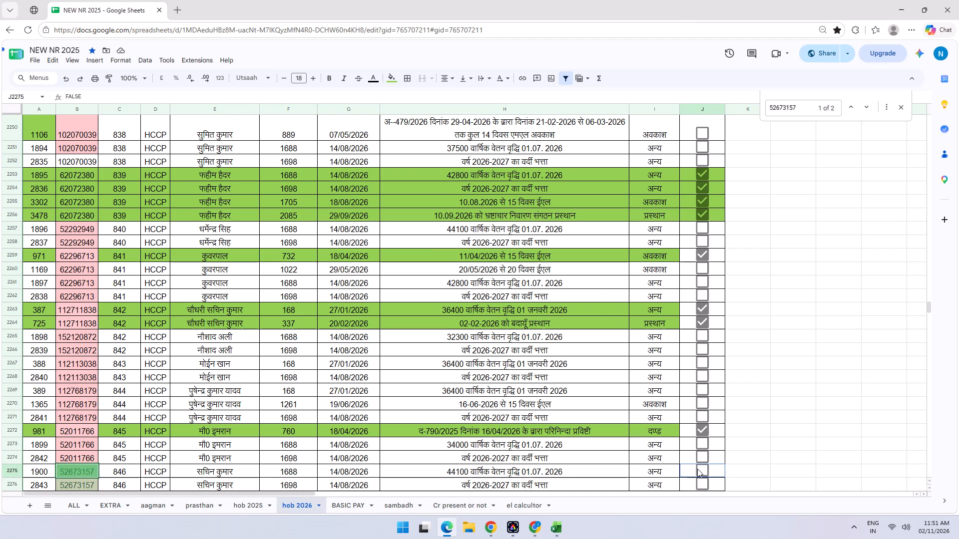
left_click(699, 474)
left_click(698, 483)
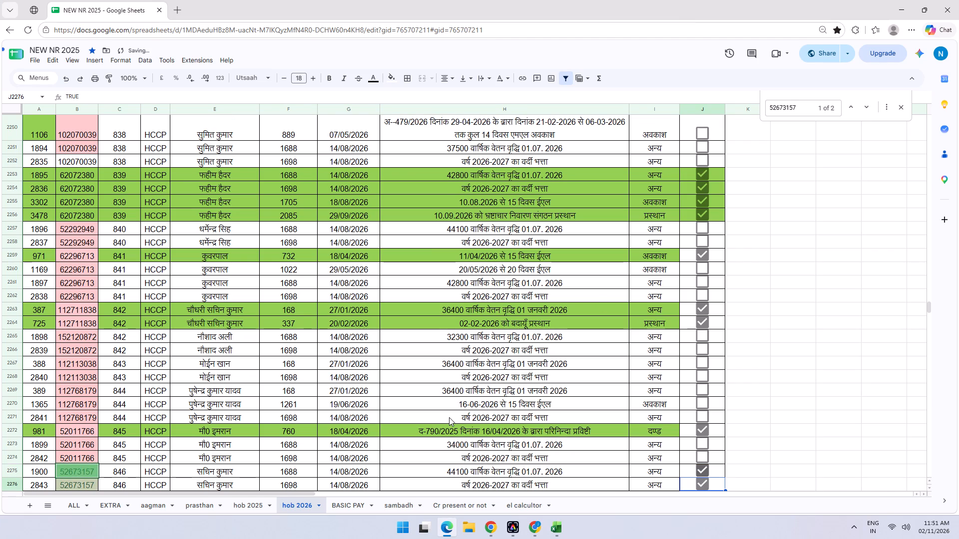
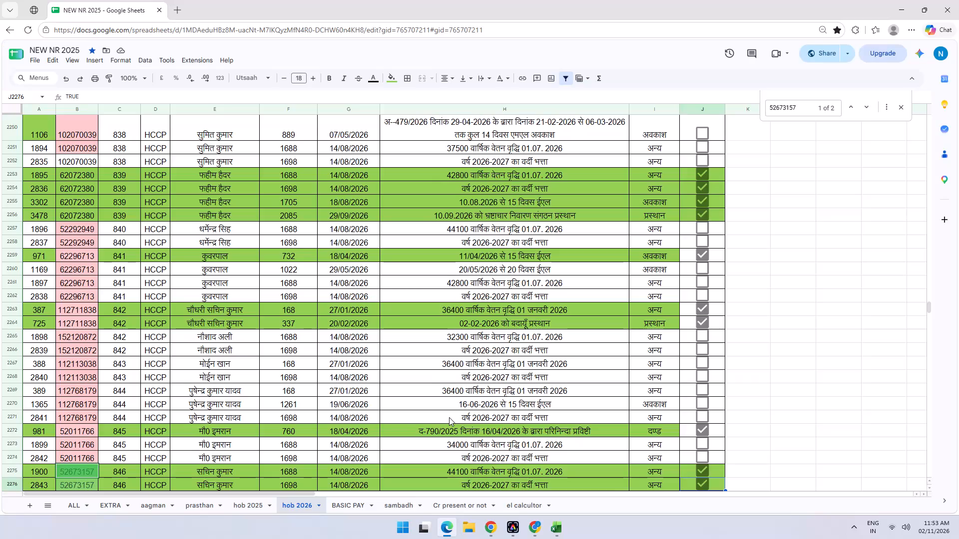
Search the hob 2026 sheet for the next employee's ID number to locate that employee's entries.
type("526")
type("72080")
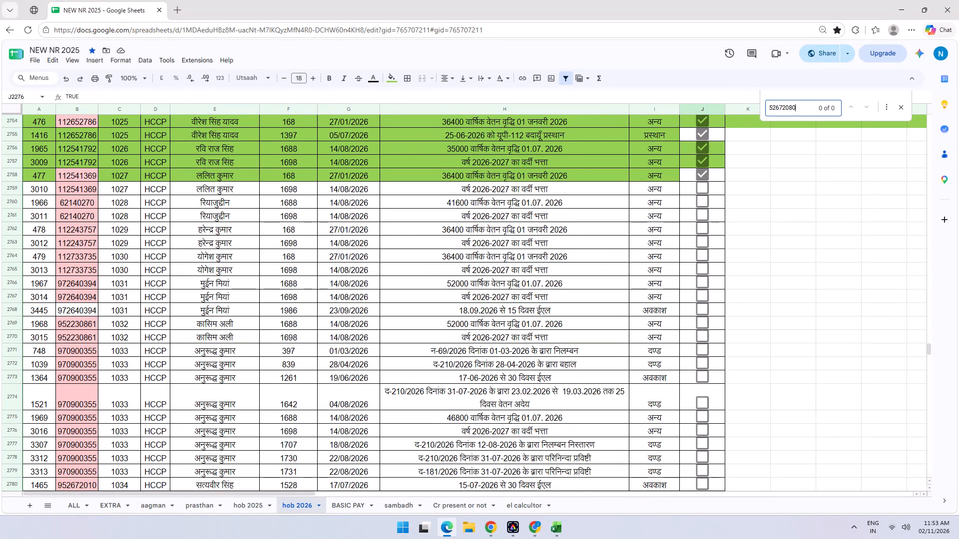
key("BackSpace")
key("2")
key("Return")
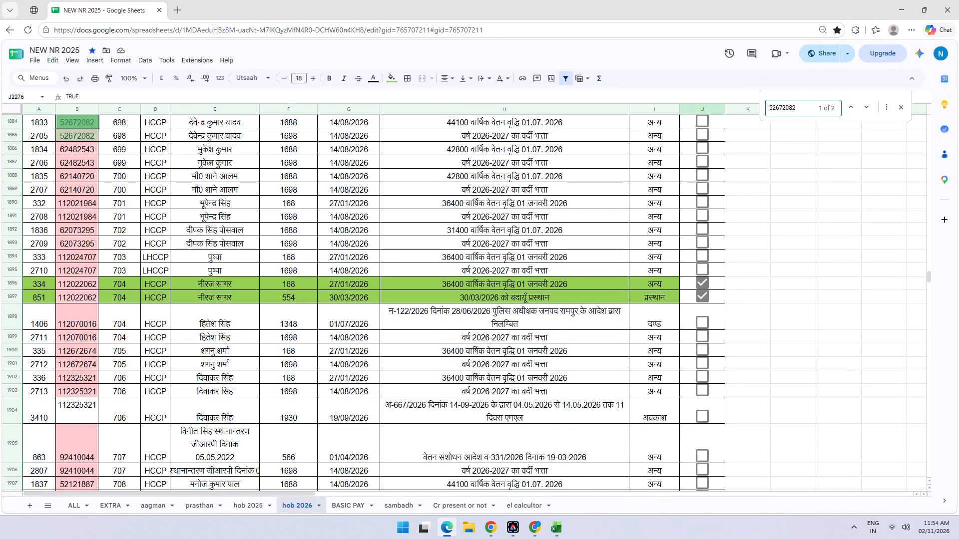
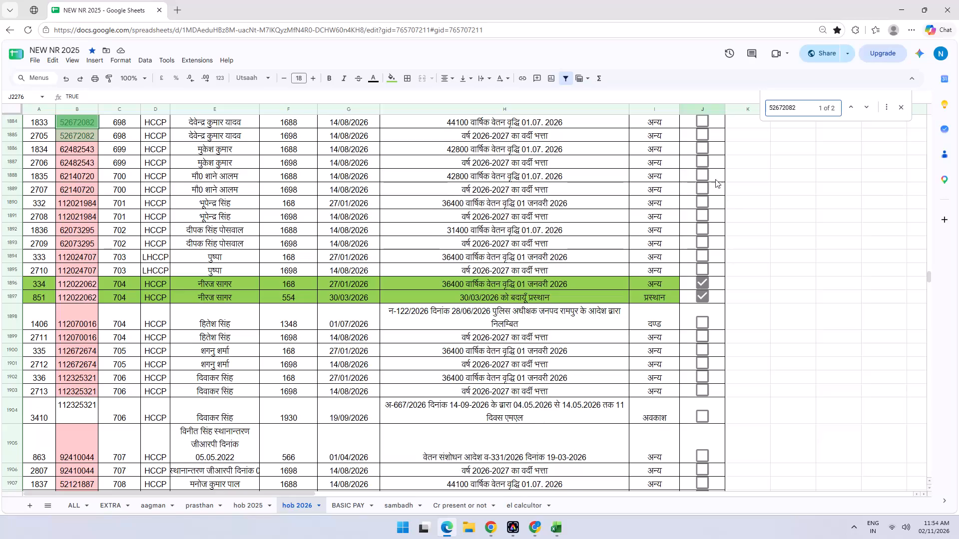
Tick the checkboxes of both entries for the found employee, in rows 1884 and 1885.
left_click(702, 120)
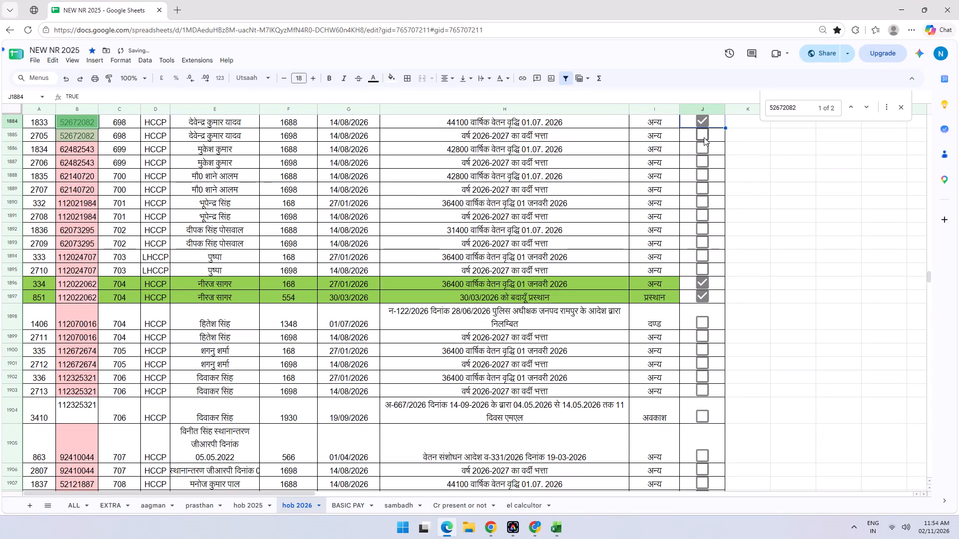
left_click(704, 137)
left_click(746, 183)
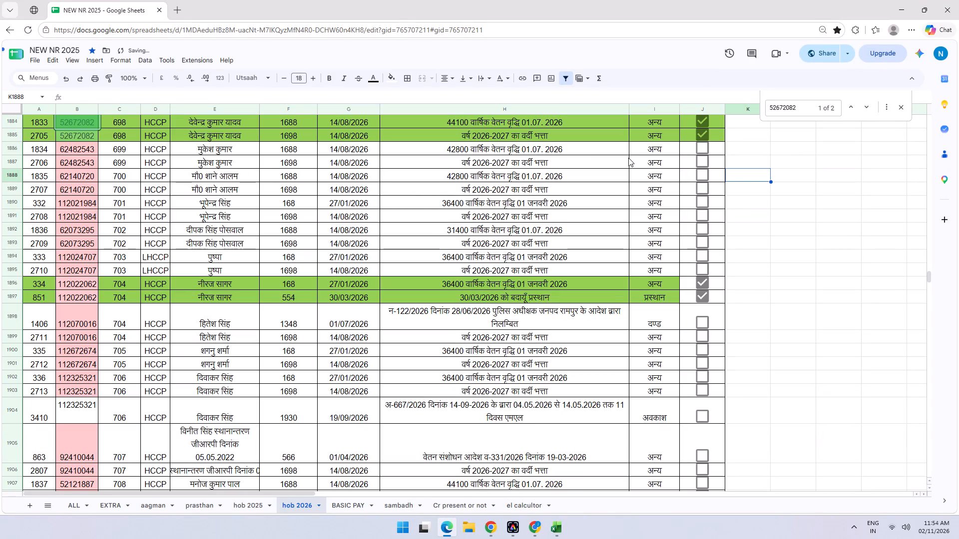
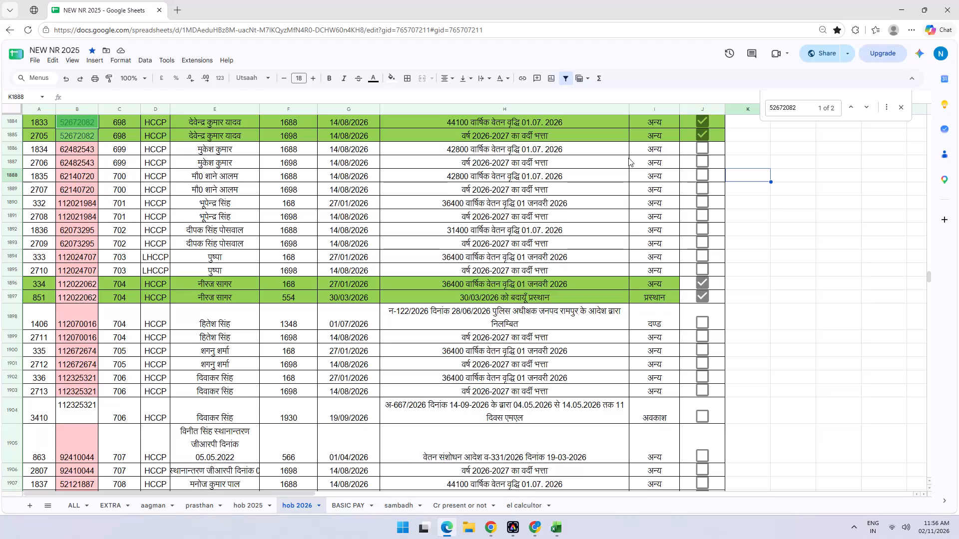
Search the hob 2026 sheet for the next employee's ID number and advance to the last matching entry.
key("BackSpace")
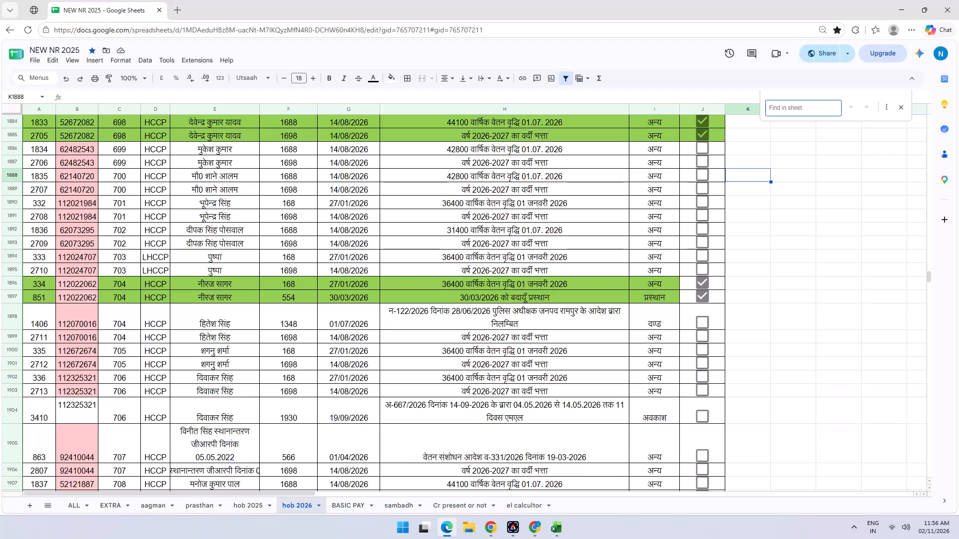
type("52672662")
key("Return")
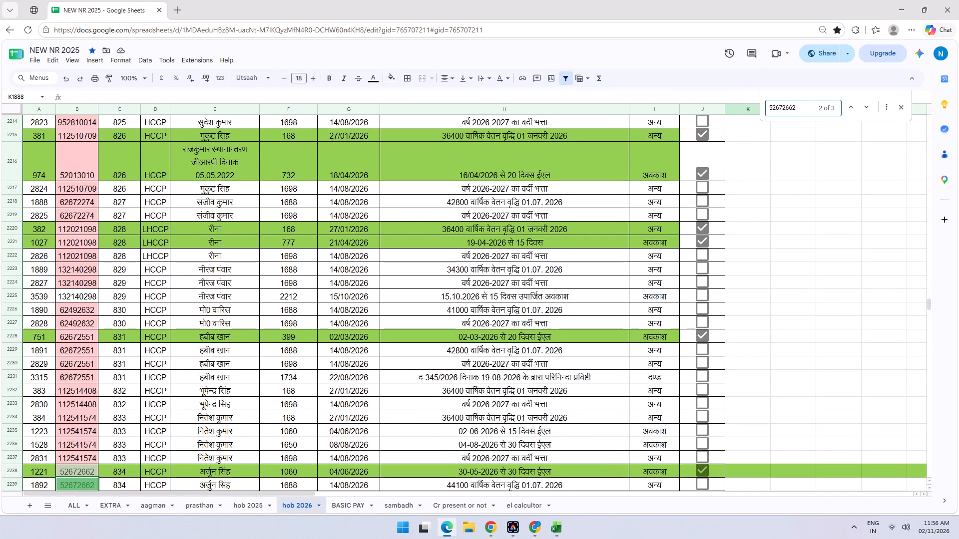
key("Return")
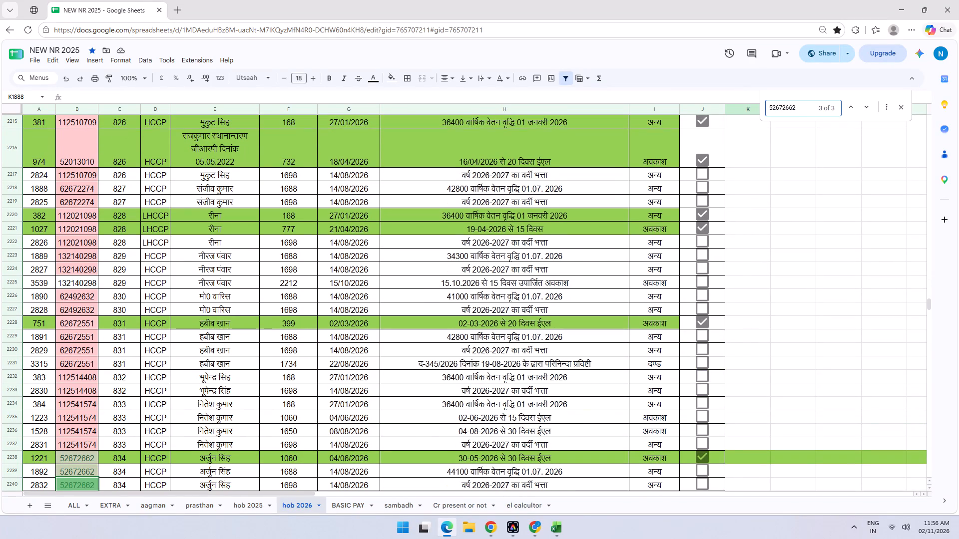
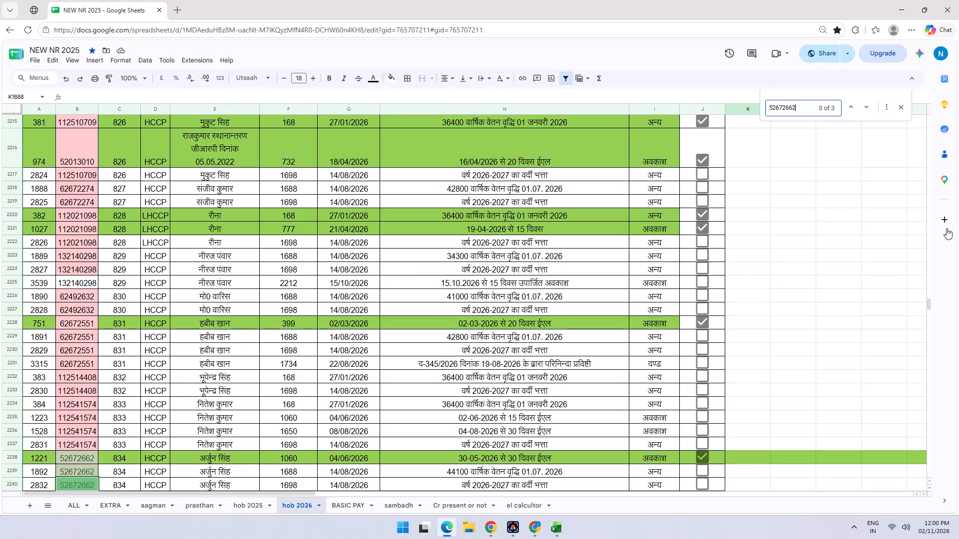
Tick the checkboxes of the searched employee's two remaining unticked entries, in rows 2239 and 2240.
left_click(706, 471)
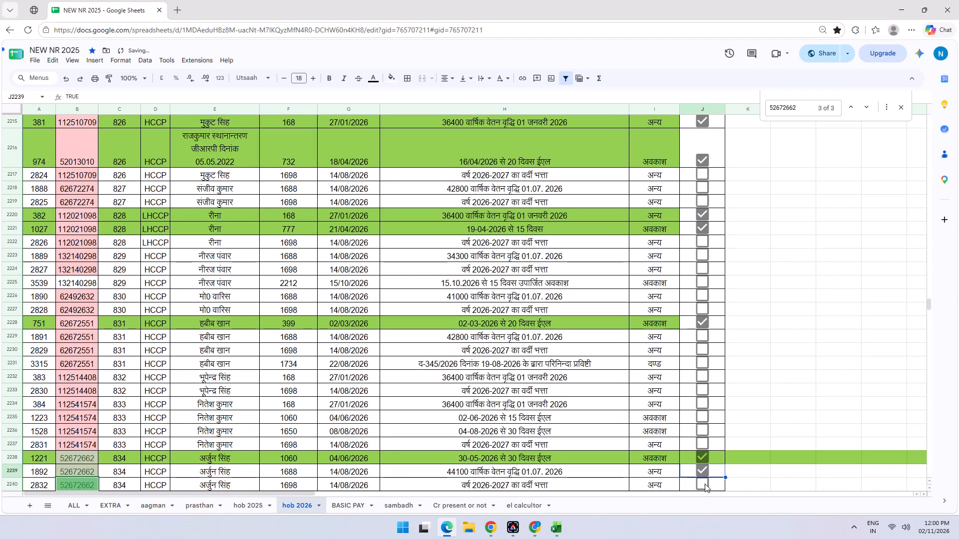
left_click(704, 484)
Search the sheet for the next employee's ID number and tick the checkboxes of the matching entries in rows 2331 and 2332.
scroll(669, 386, "down", 1)
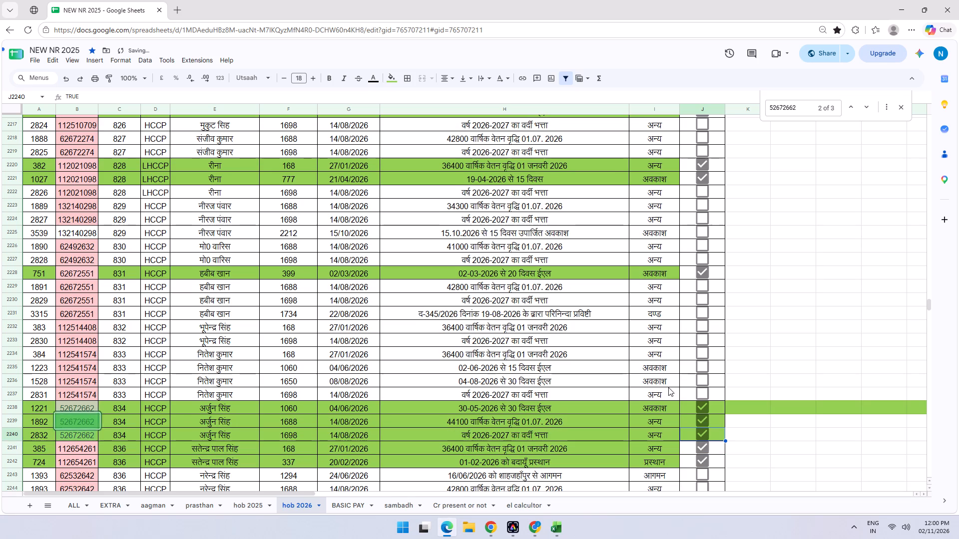
key("ctrl+f")
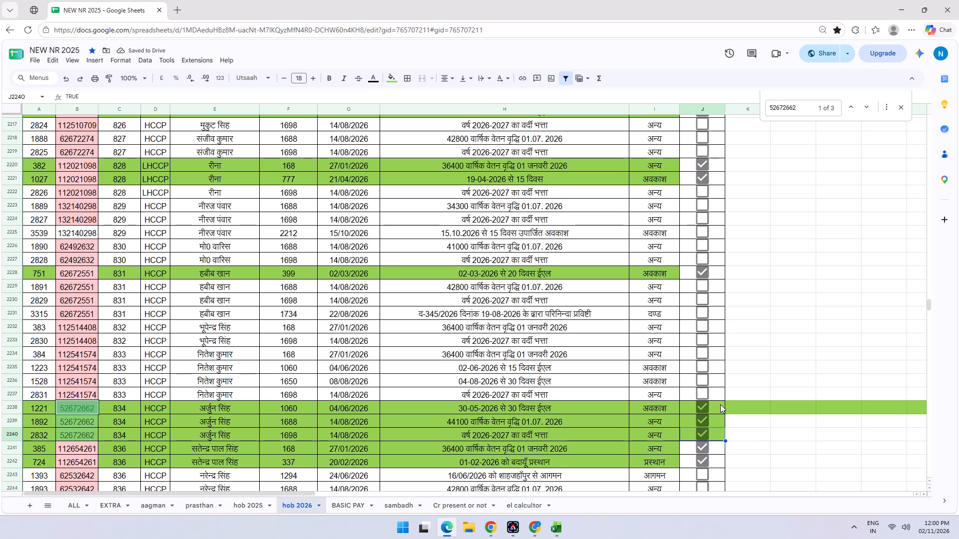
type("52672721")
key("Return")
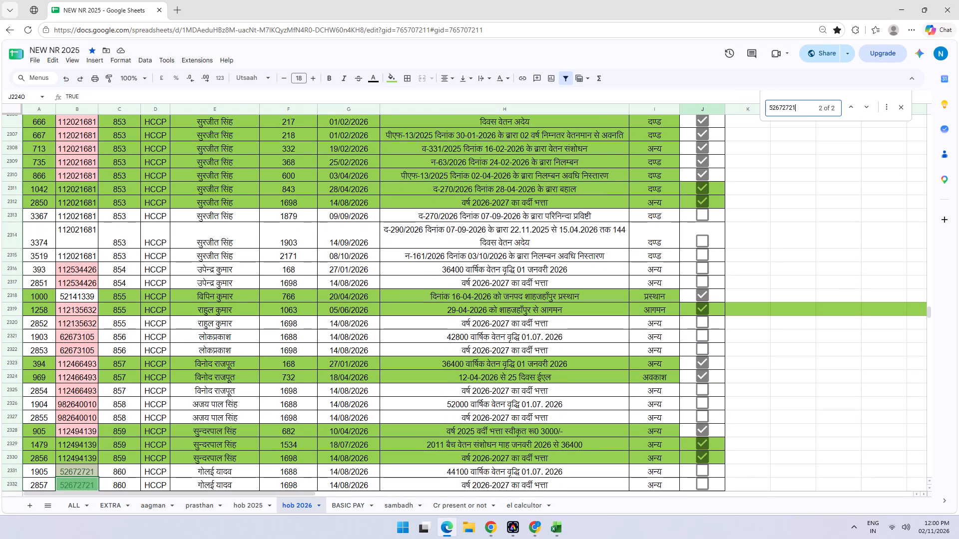
left_click(703, 474)
left_click(707, 487)
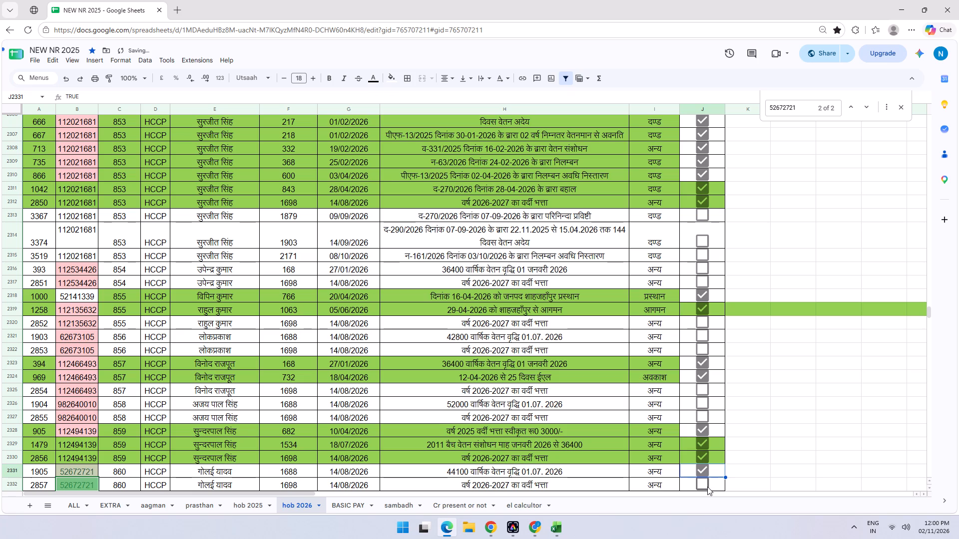
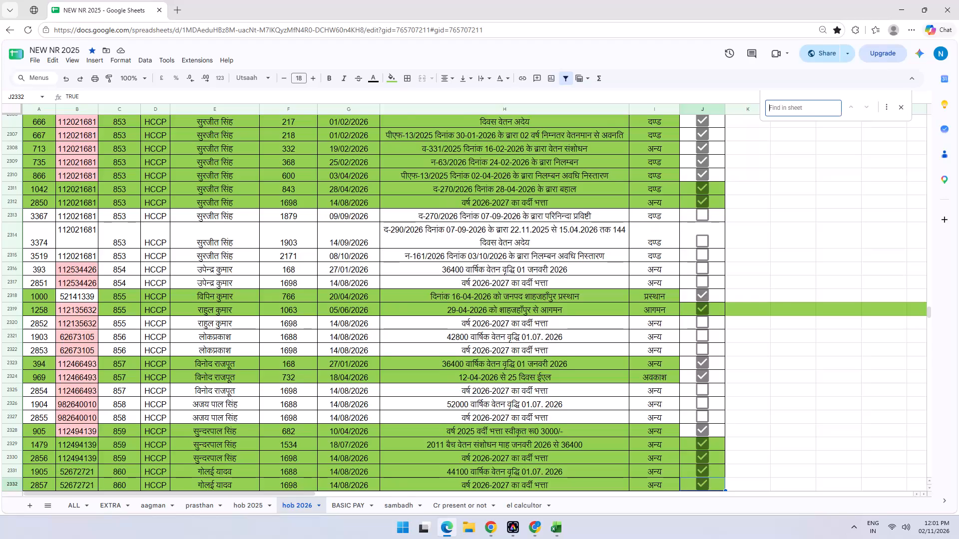
Search the sheet for the next employee's ID number and tick the checkboxes of the matching entries in rows 1498 and 1499.
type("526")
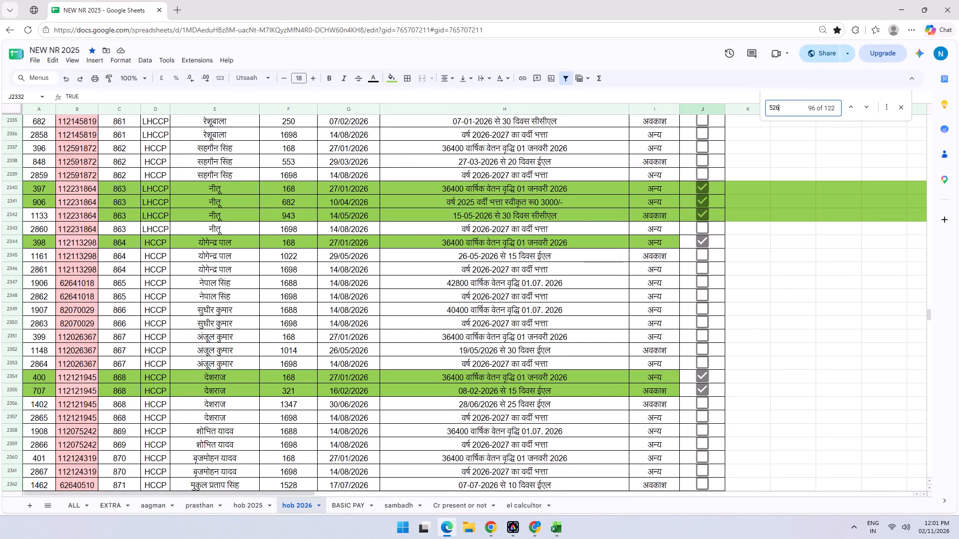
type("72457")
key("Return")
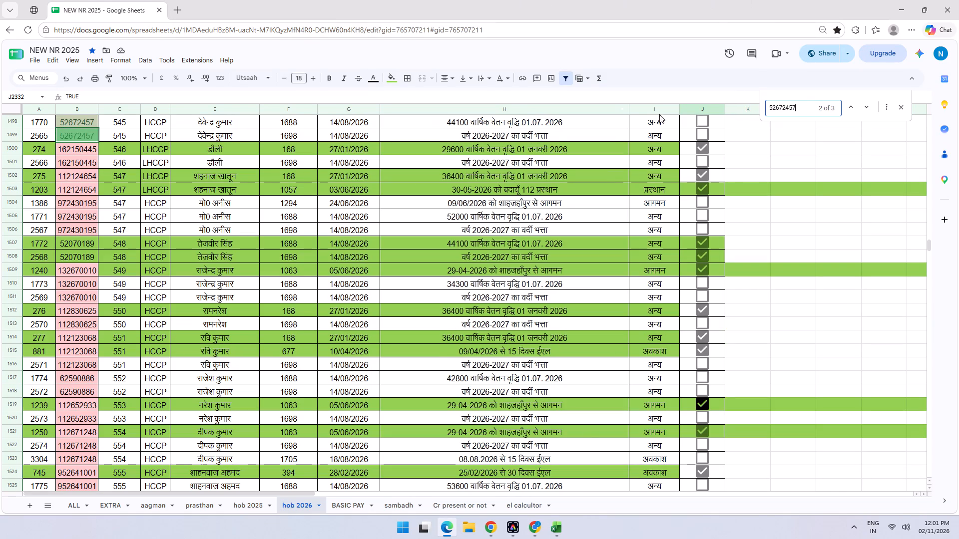
left_click(707, 122)
left_click(701, 138)
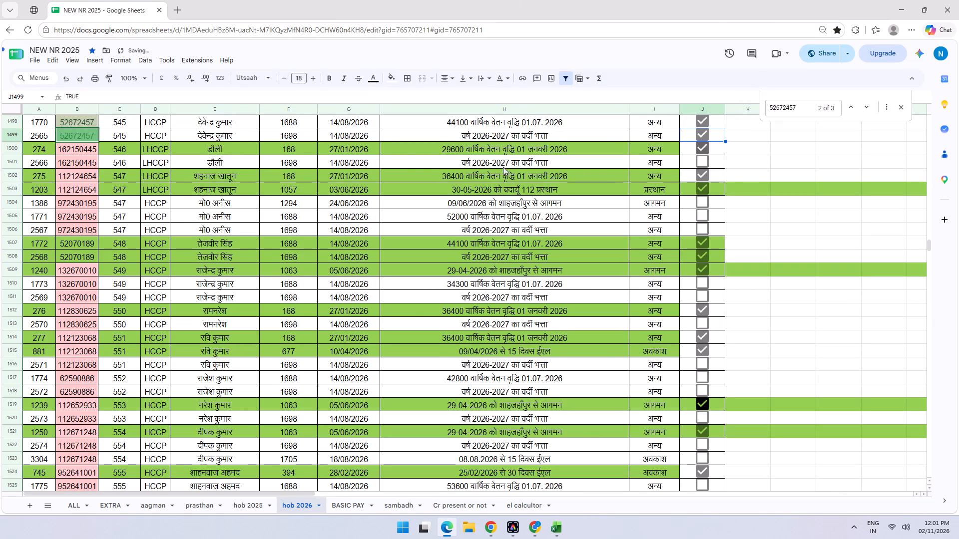
Review the entries around the ticked rows and go on to the ID number's remaining match in row 1765.
scroll(392, 164, "up", 1)
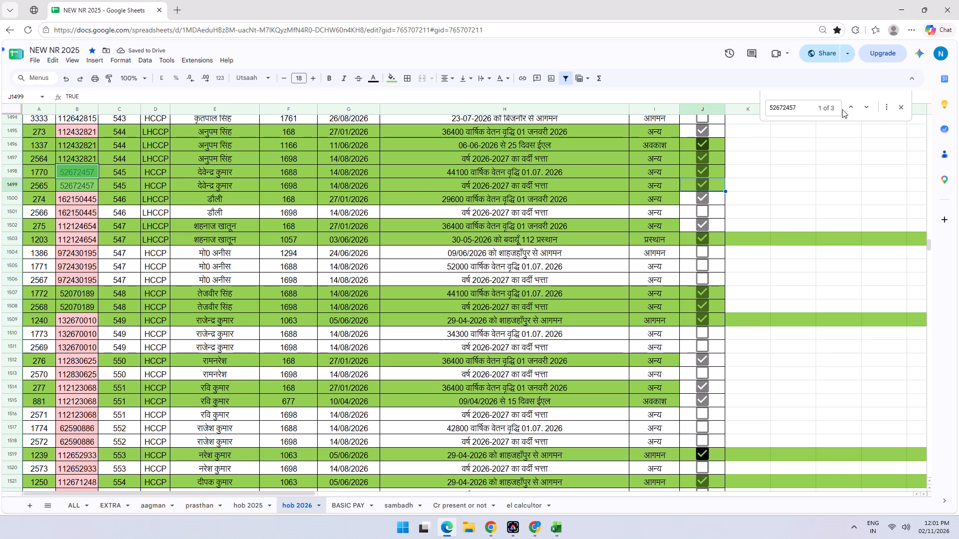
left_click(867, 109)
left_click(867, 109)
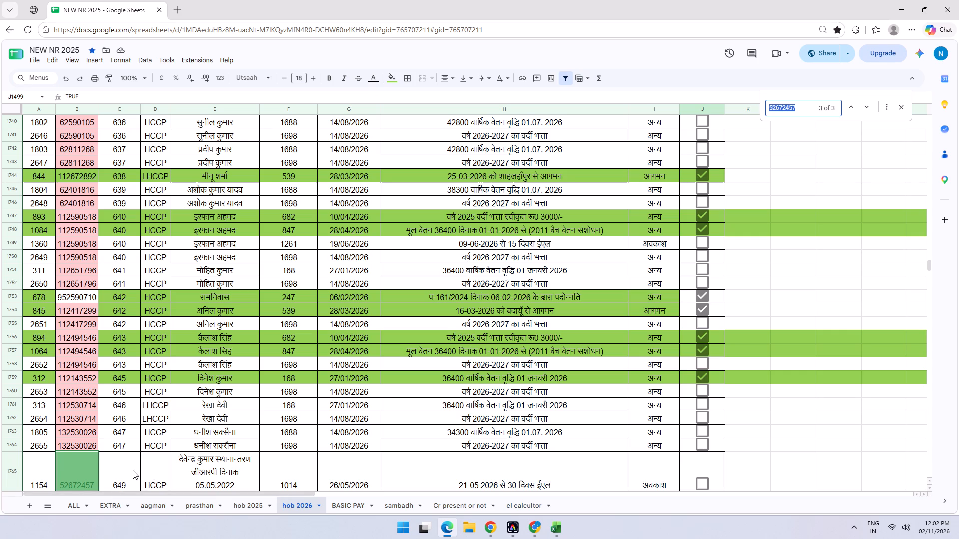
Look for the same employee's ID number in the EXTRA sheet, dismissing the rewards pop-up, and close the search.
left_click(115, 506)
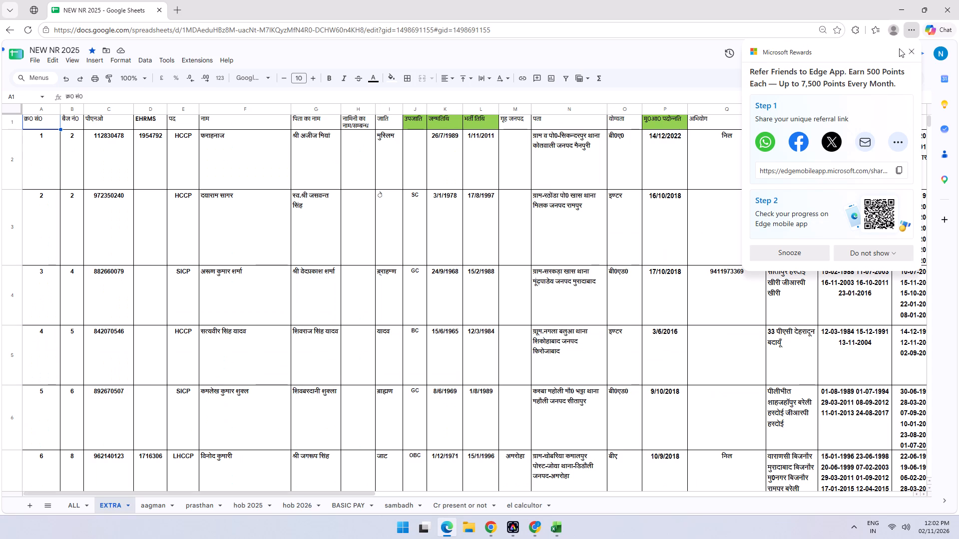
left_click(911, 53)
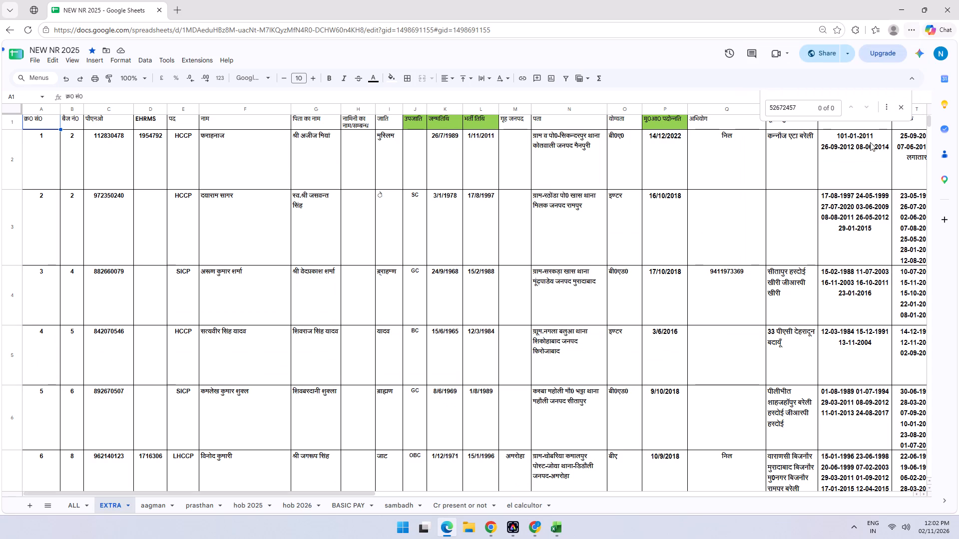
left_click(813, 105)
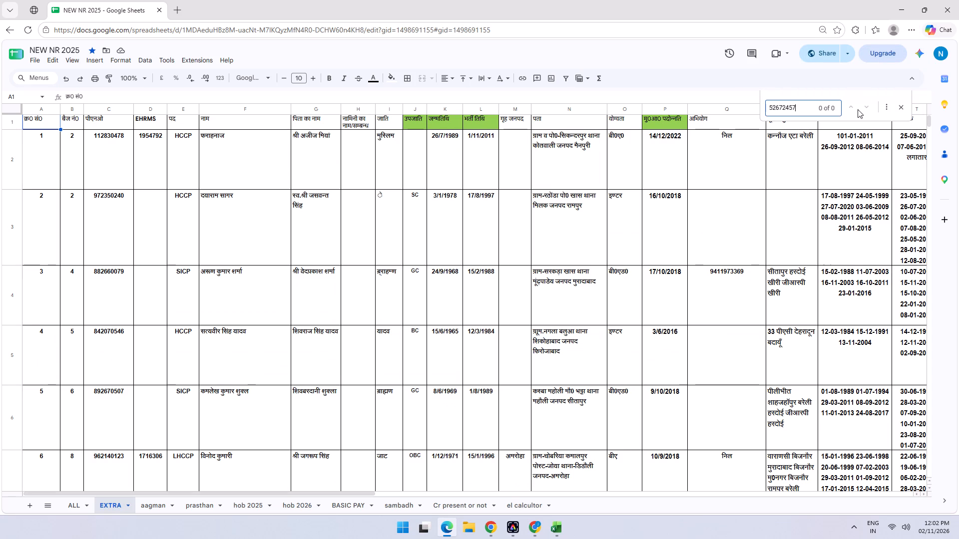
left_click(865, 107)
left_click(899, 105)
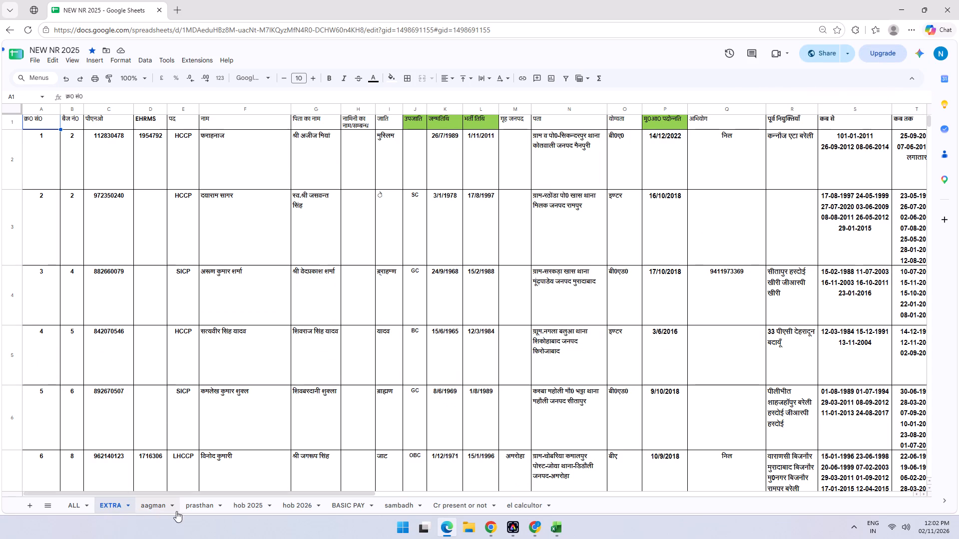
Back in the hob 2026 sheet, cut the employee's ID number from cell B1765 and paste it back into the same cell.
left_click(306, 513)
left_click(301, 509)
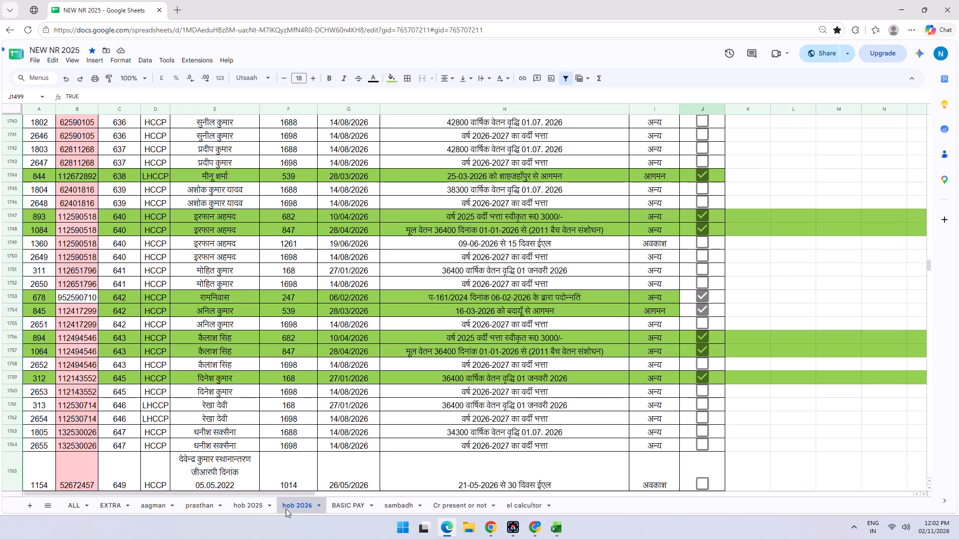
left_click(83, 479)
left_click(61, 465)
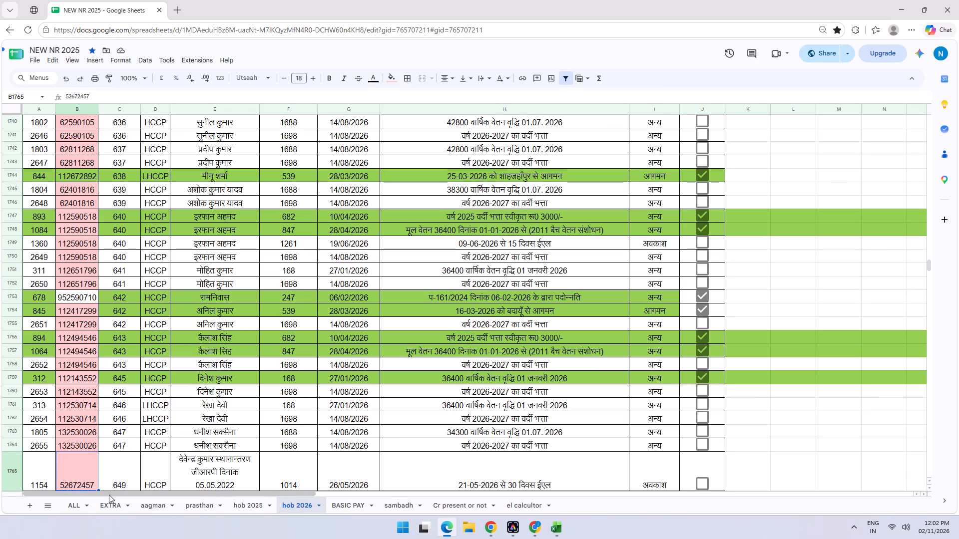
key("ctrl+x")
key("ctrl+v")
key("Return")
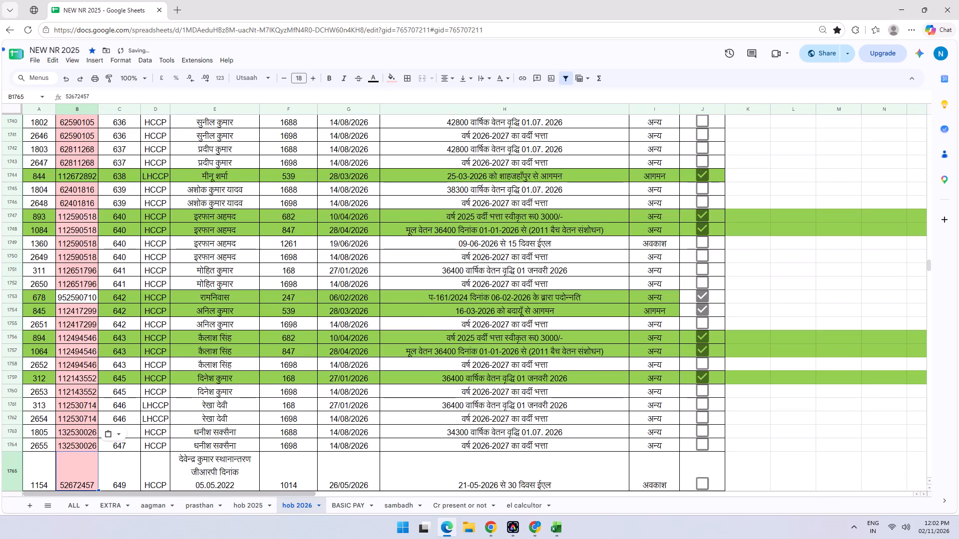
key("Return")
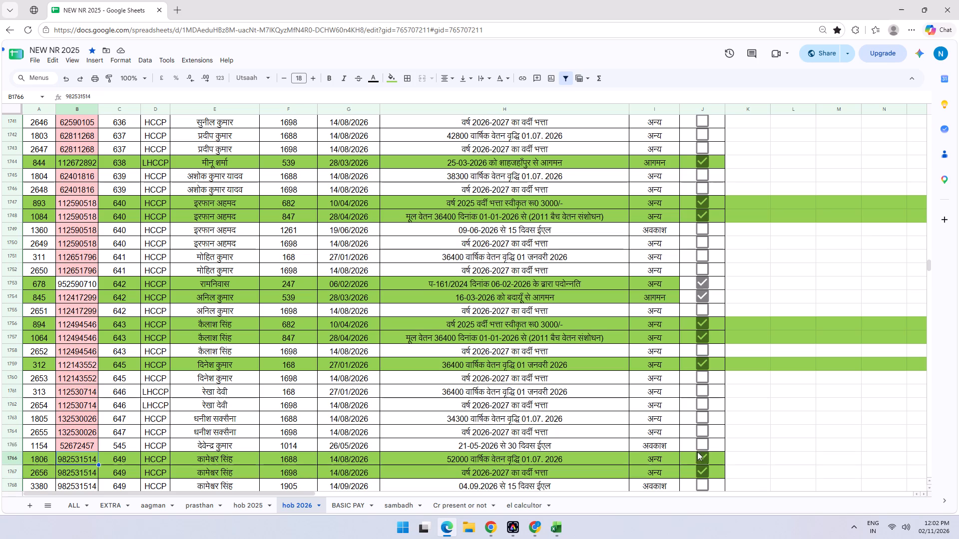
Tick the checkbox of the employee's leave entry in row 1765.
left_click(703, 444)
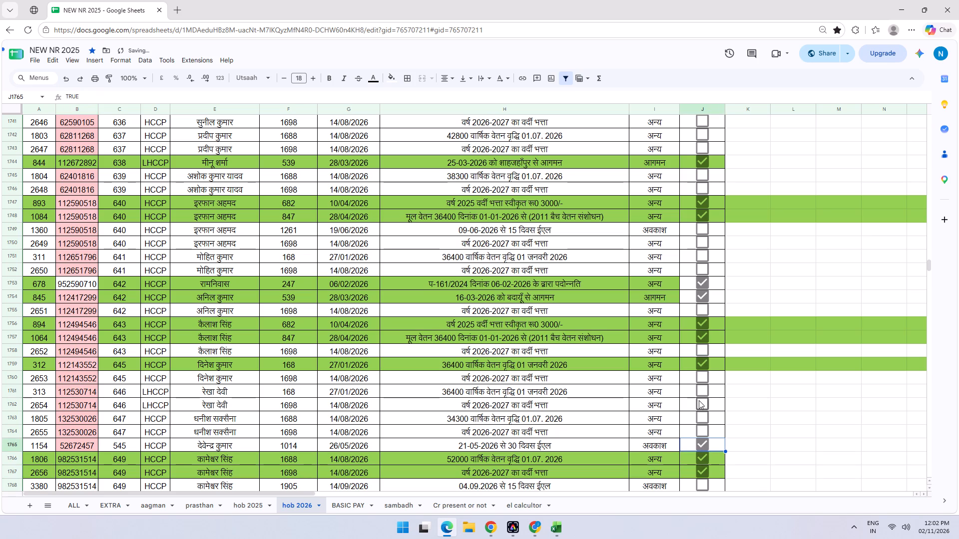
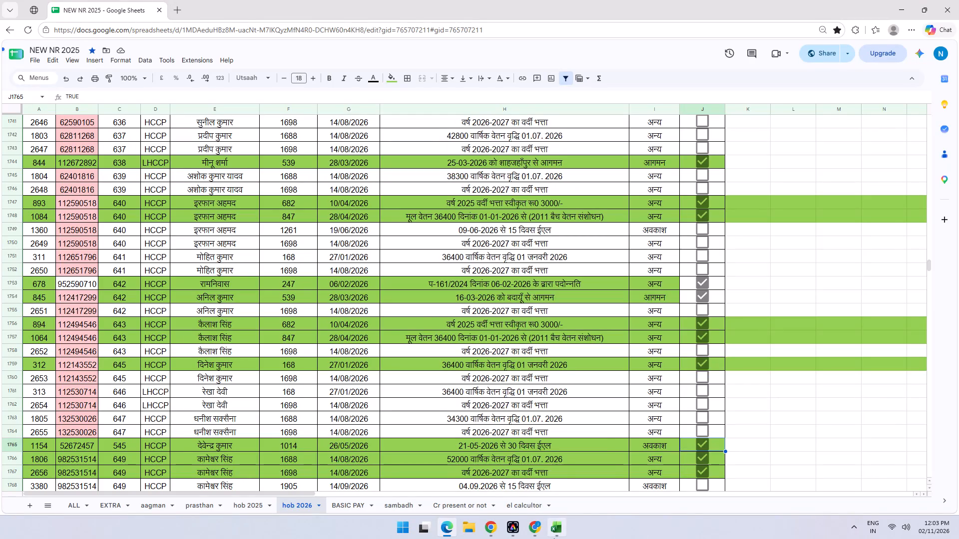
Search the hob 2026 sheet again for the ID number of the employee in row 1765 and go through its matches.
key("ctrl+f")
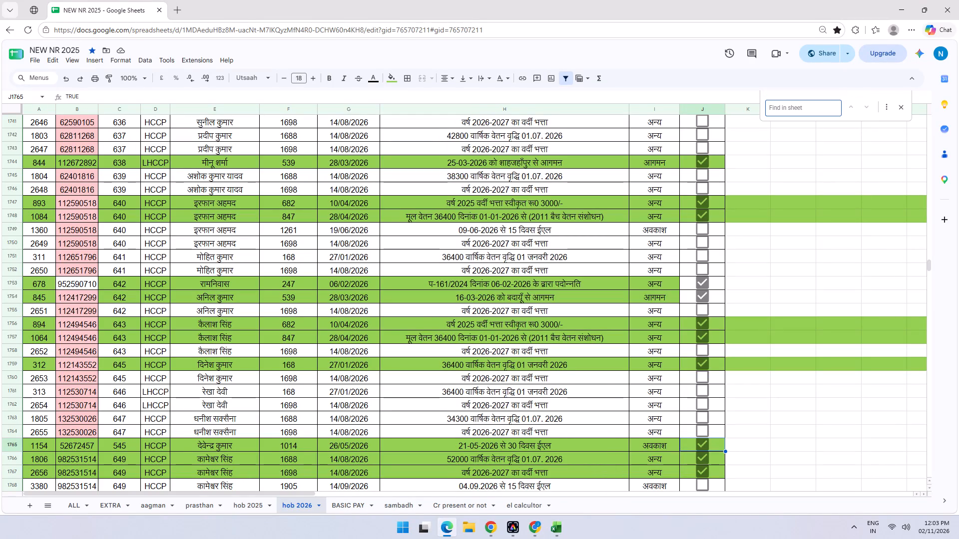
left_click(824, 106)
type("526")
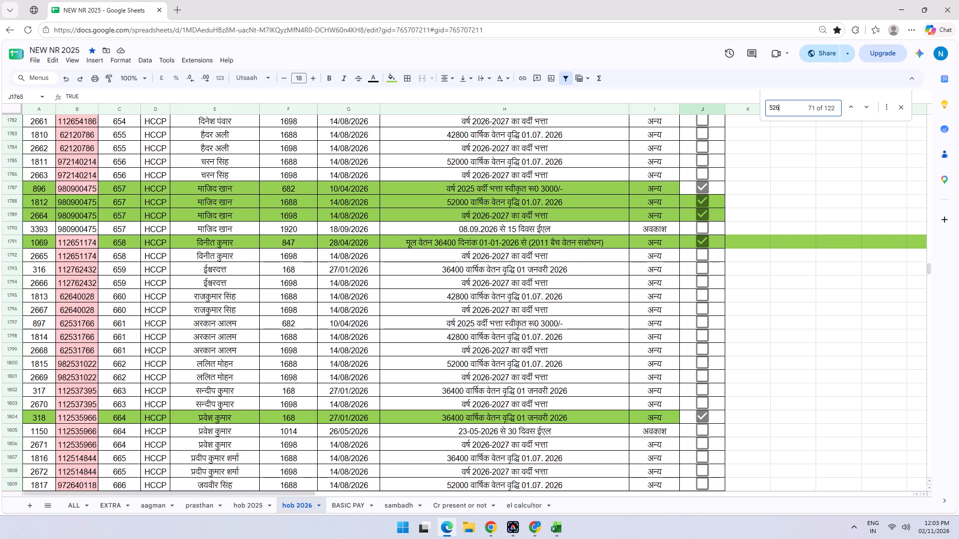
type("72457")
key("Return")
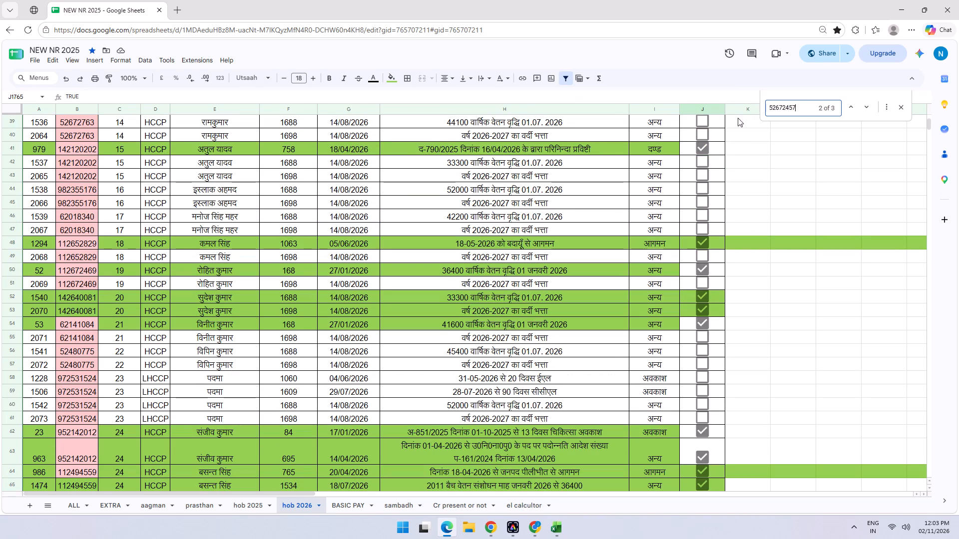
left_click(866, 109)
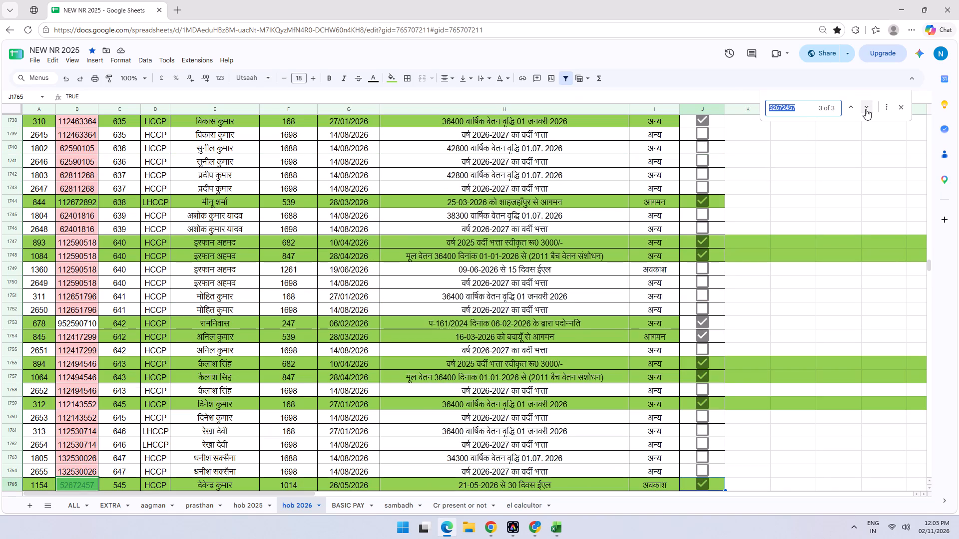
left_click(866, 109)
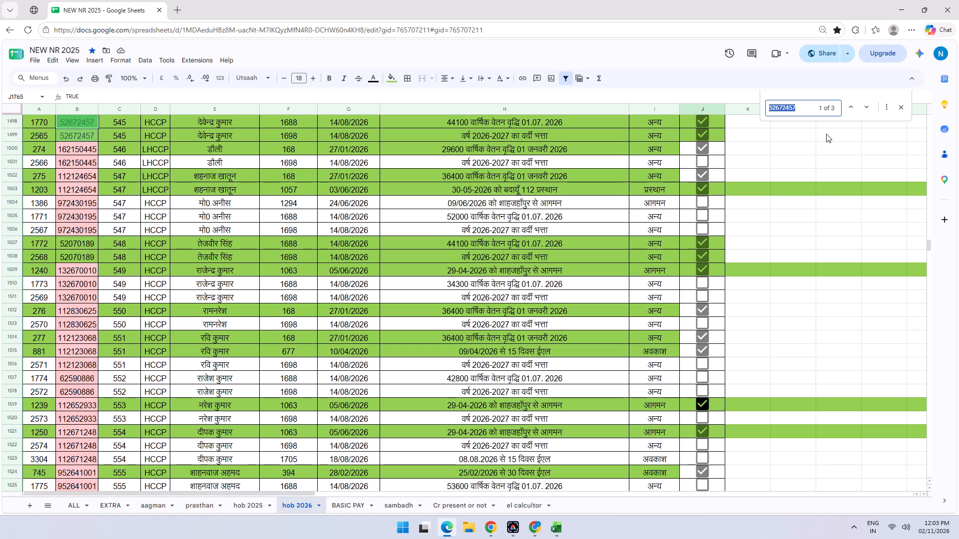
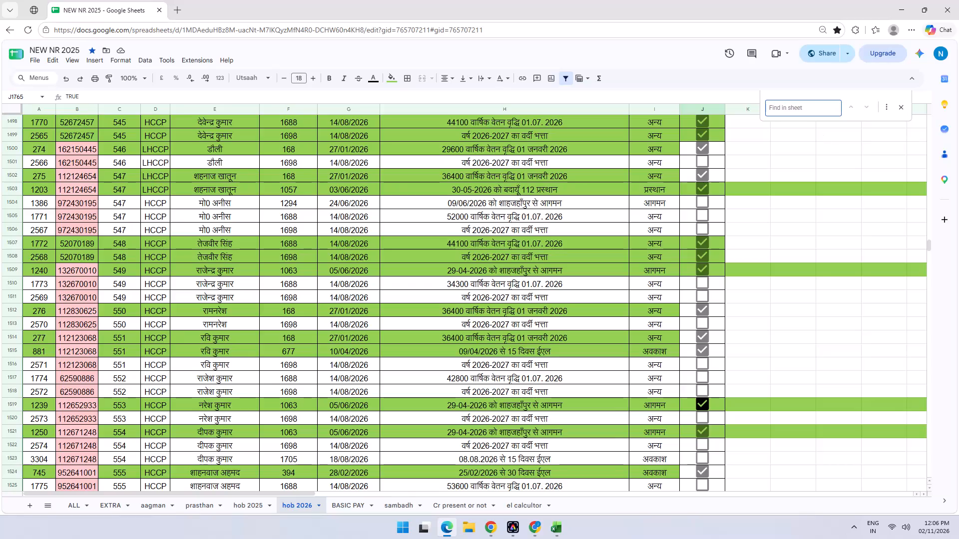
Search the hob 2026 sheet for the next employee's ID number and tick the checkboxes of the matching entries in rows 1280 and 1281.
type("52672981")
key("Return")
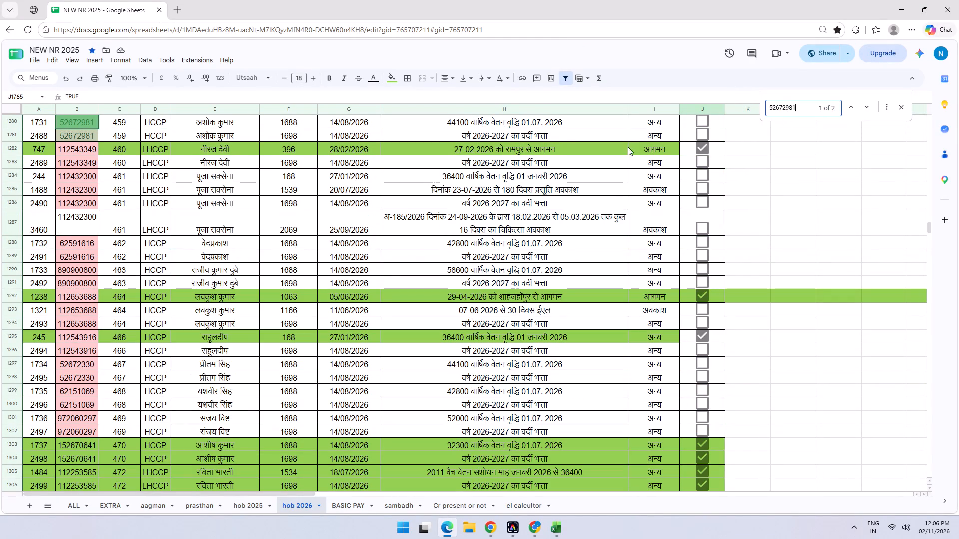
left_click(706, 121)
left_click(700, 135)
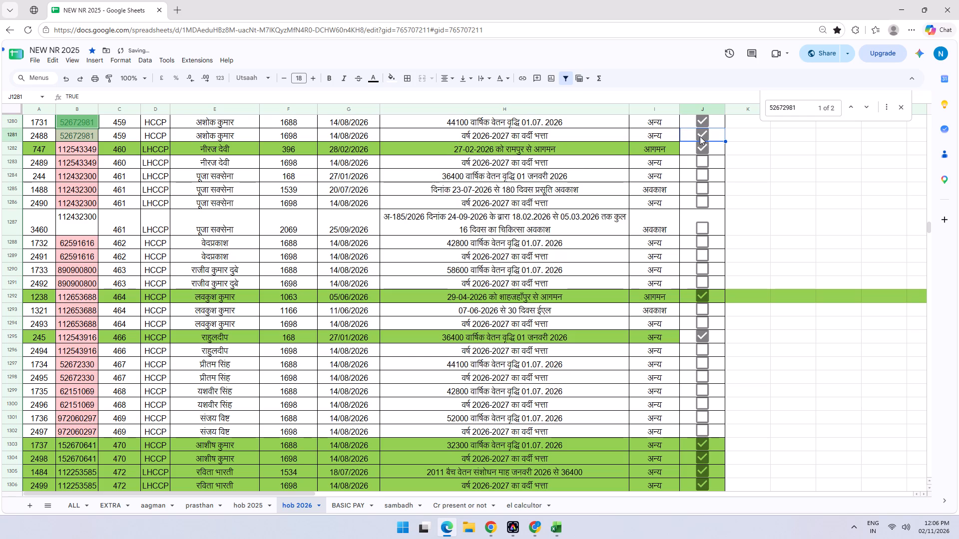
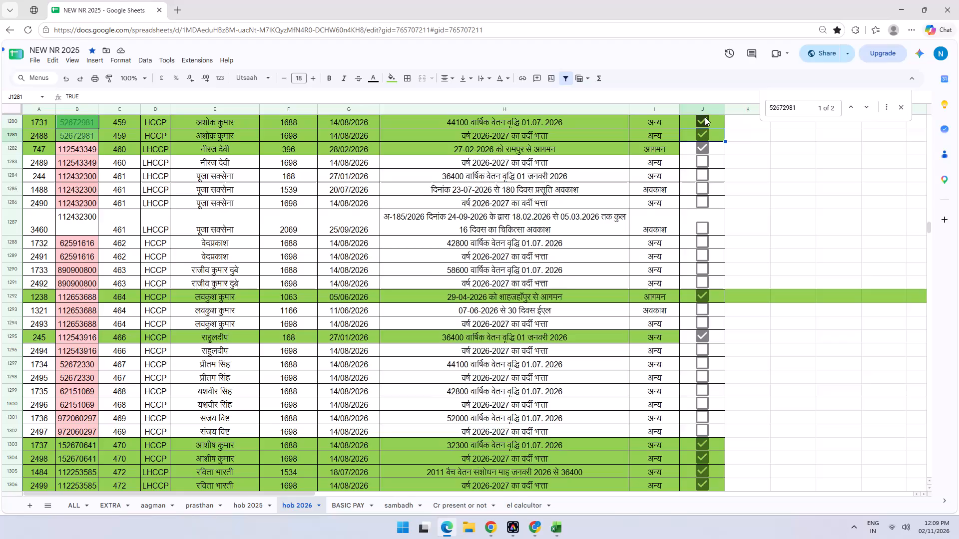
Search the hob 2026 sheet for the next employee's ID number and tick the checkboxes of the matching entries in rows 998 and 999.
key("ctrl+f")
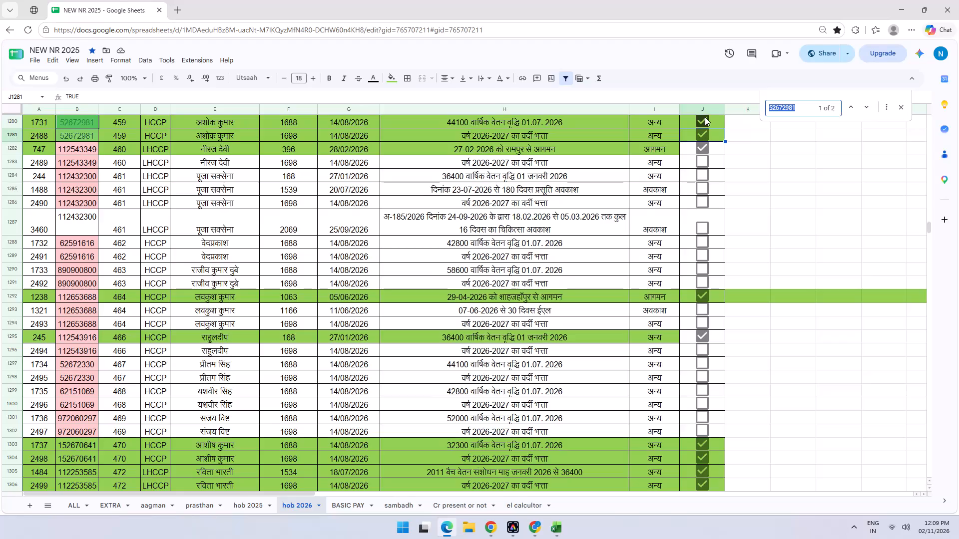
key("BackSpace")
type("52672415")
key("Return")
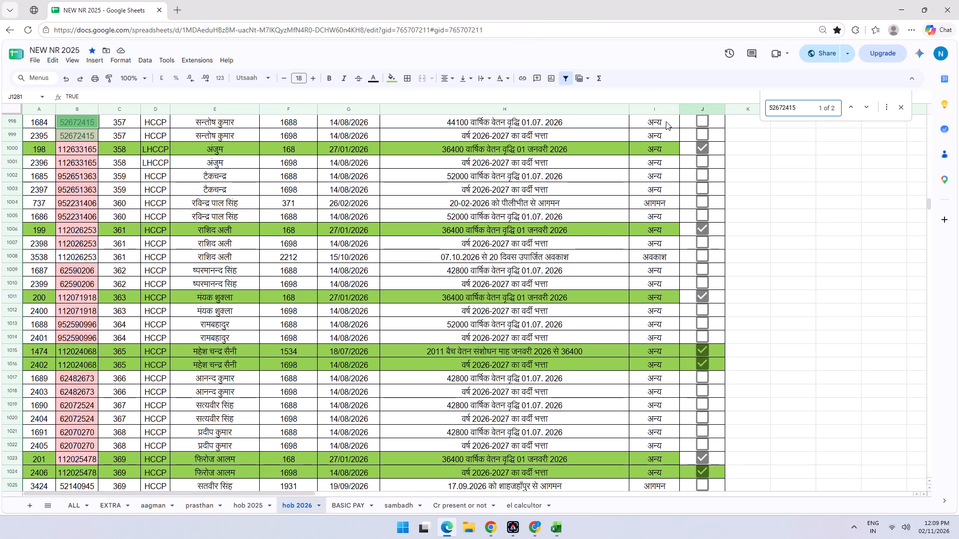
left_click(704, 127)
left_click(701, 135)
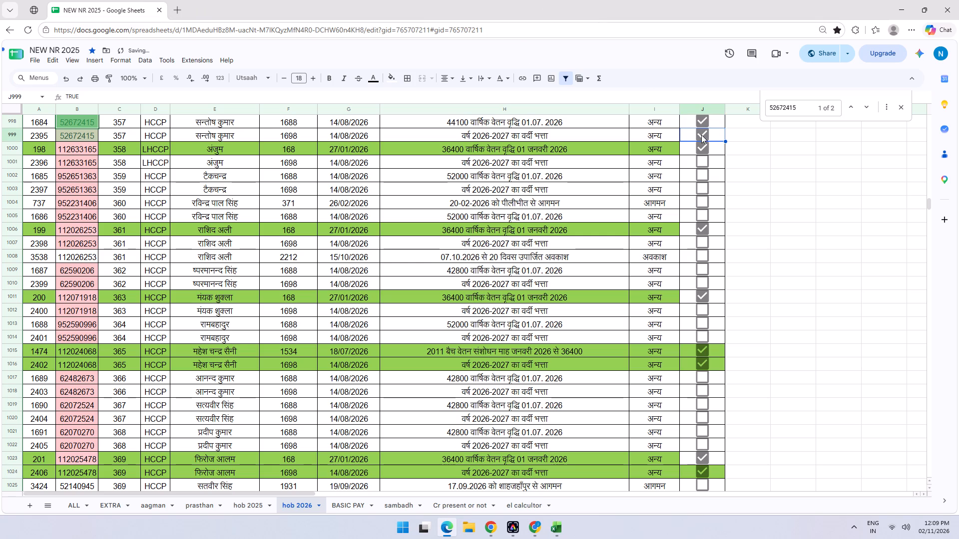
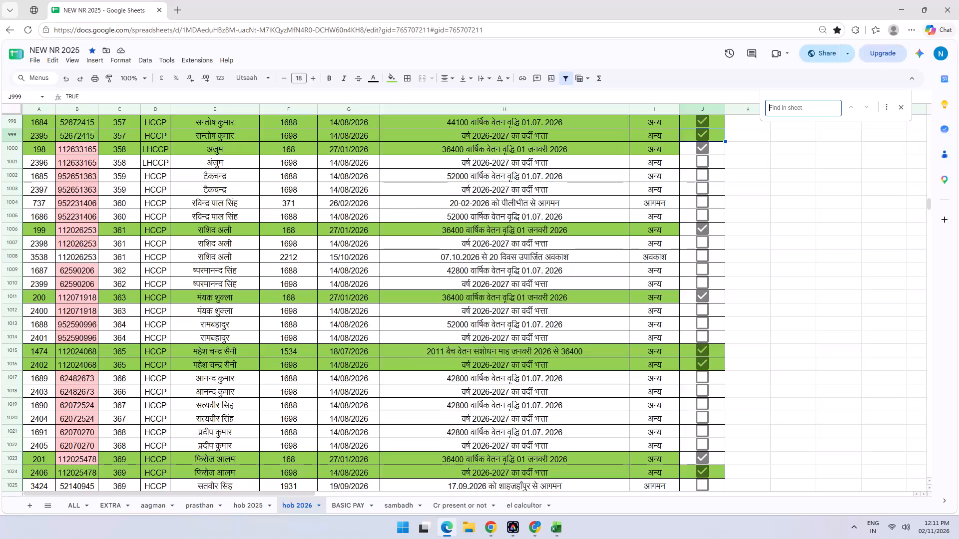
Search the hob 2026 sheet for the next employee's ID number and tick the checkboxes of the matching entries in rows 603 and 604.
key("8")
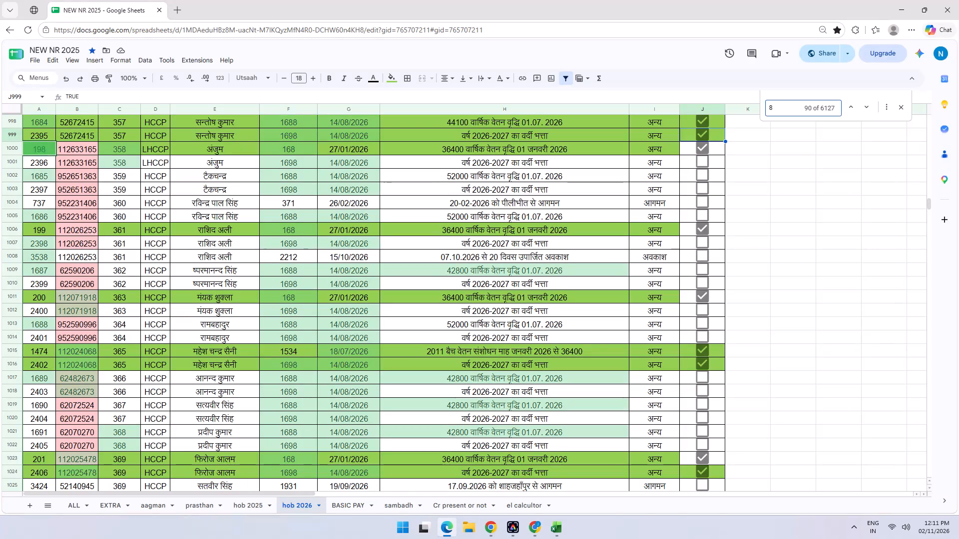
key("BackSpace")
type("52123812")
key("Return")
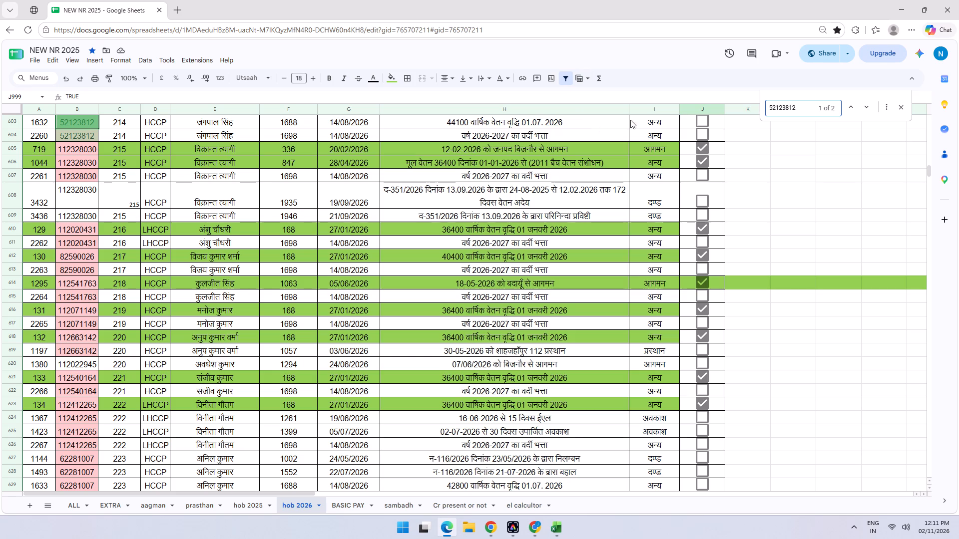
left_click(704, 116)
left_click(705, 130)
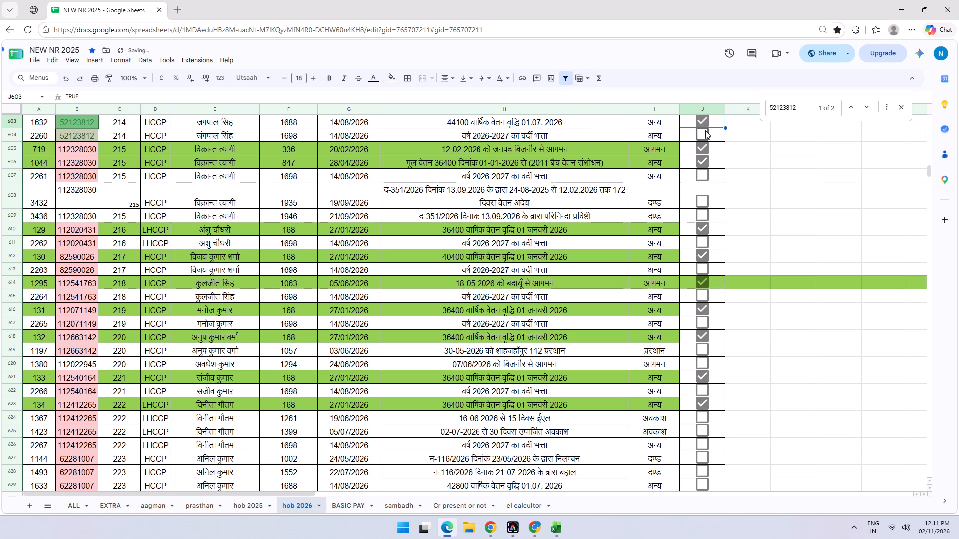
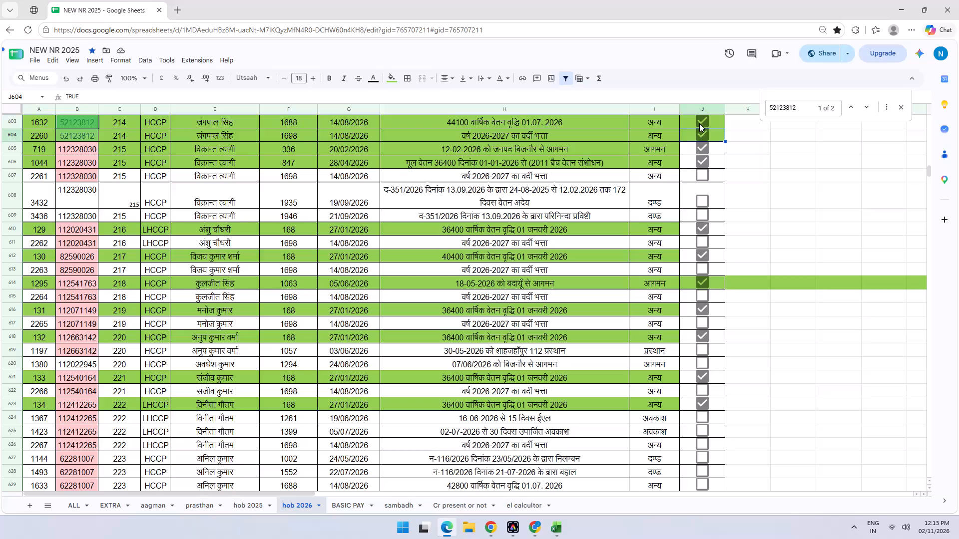
Search the hob 2026 sheet for the next employee's ID number and tick the checkboxes of the matching entries in rows 39 and 40.
key("BackSpace")
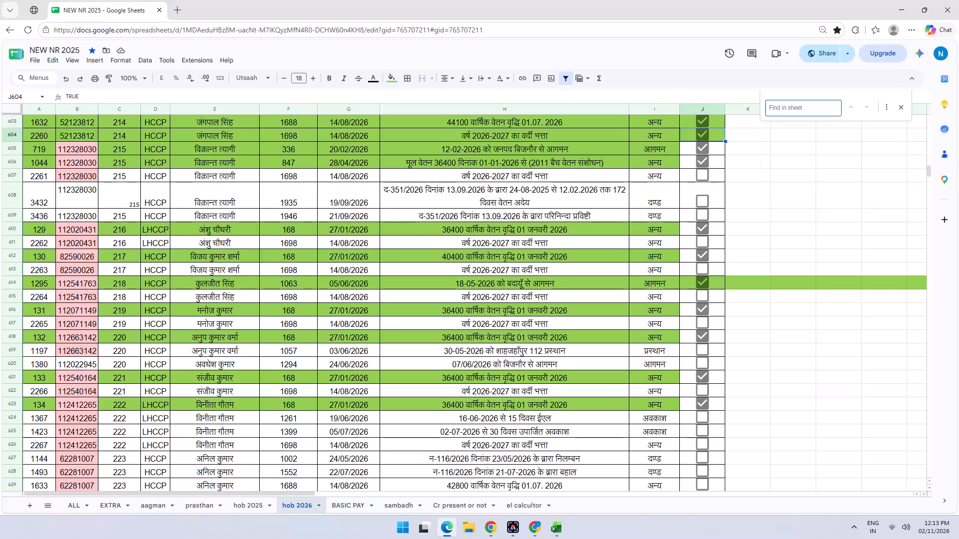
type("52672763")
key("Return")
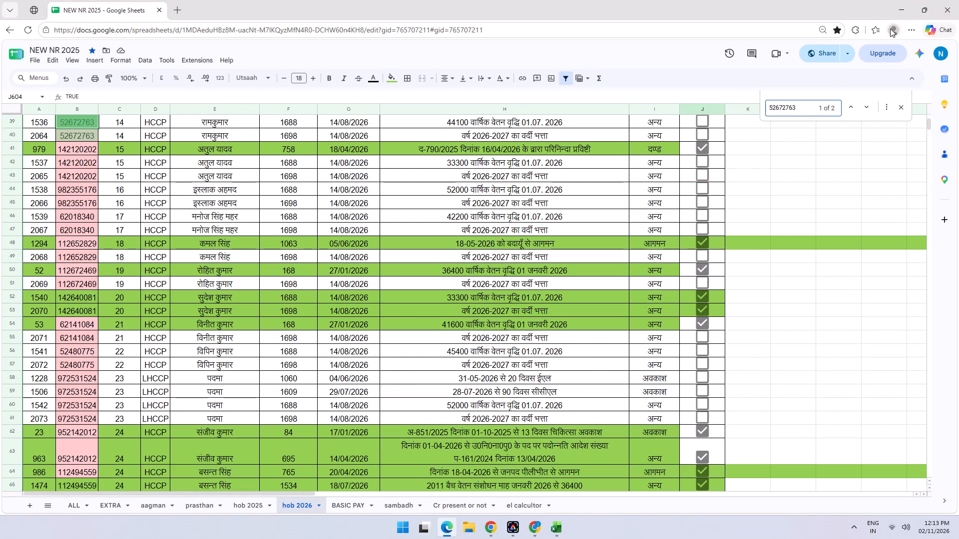
left_click(706, 124)
left_click(708, 134)
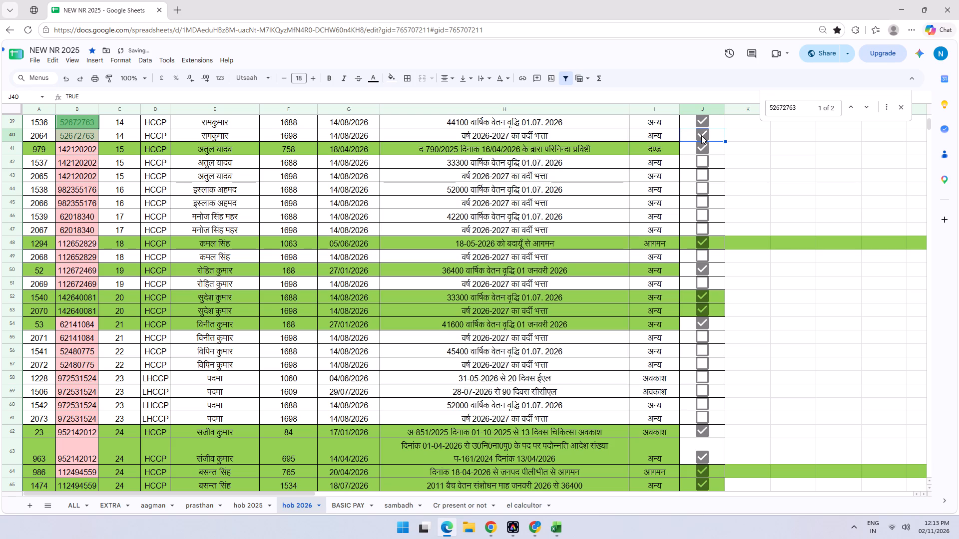
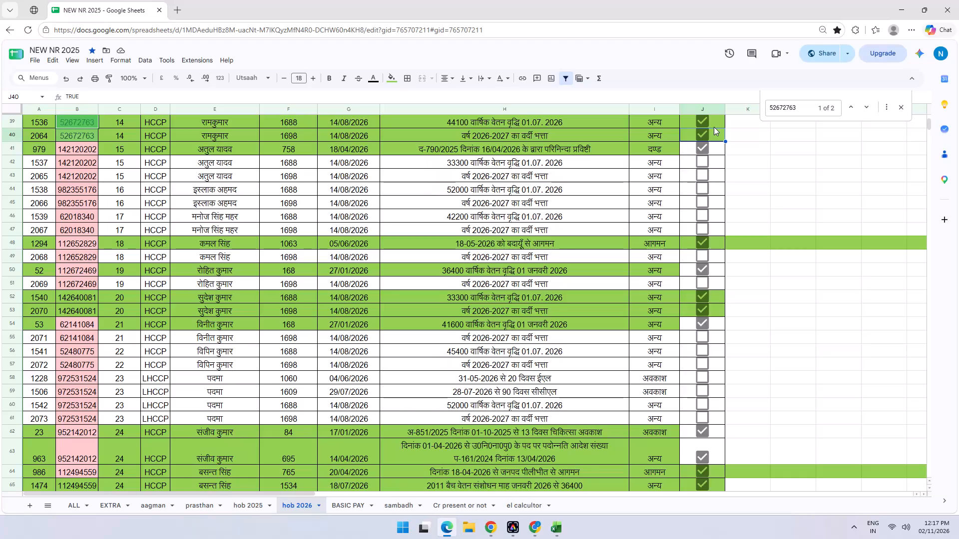
Search the hob 2026 sheet for the next employee's ID number and tick the checkboxes of the matching entries in rows 1193 and 1194.
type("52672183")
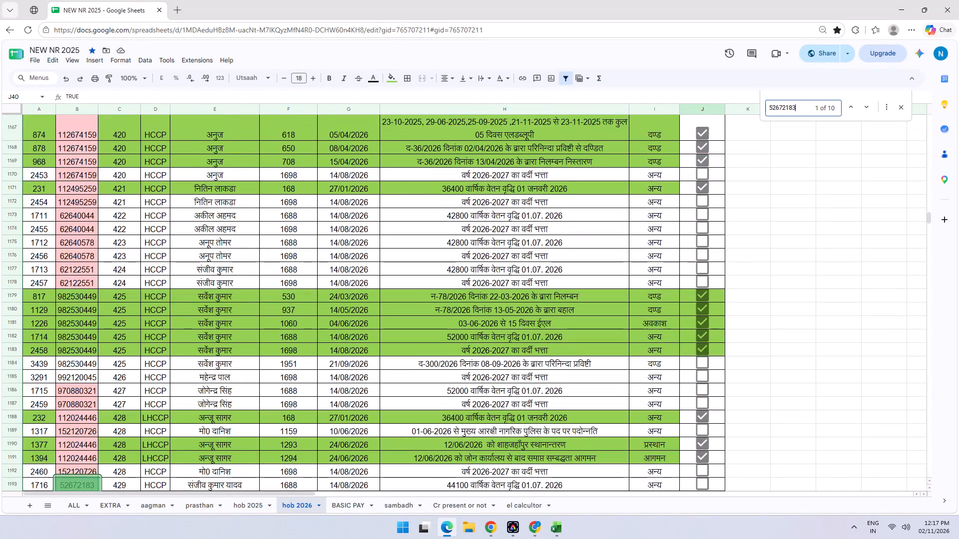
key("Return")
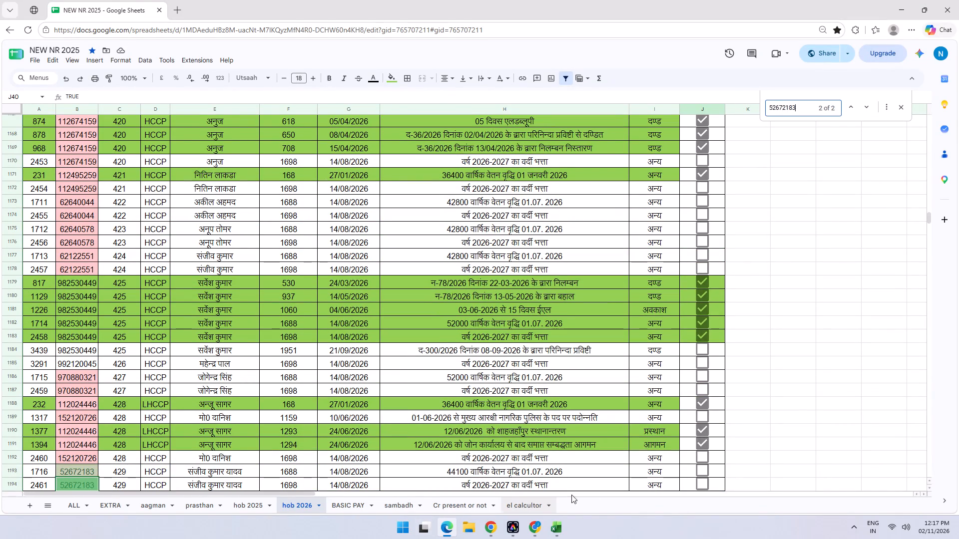
left_click(701, 469)
left_click(701, 482)
scroll(687, 442, "down", 1)
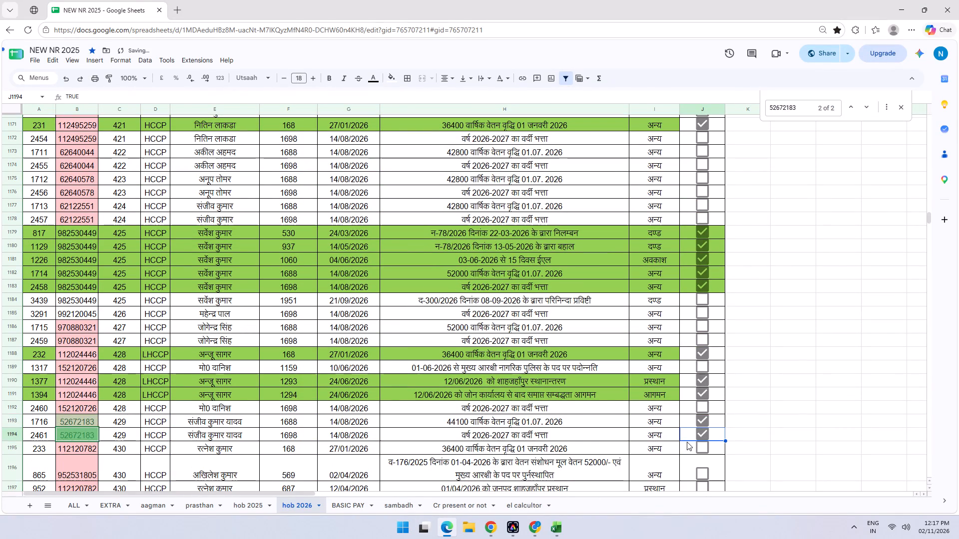